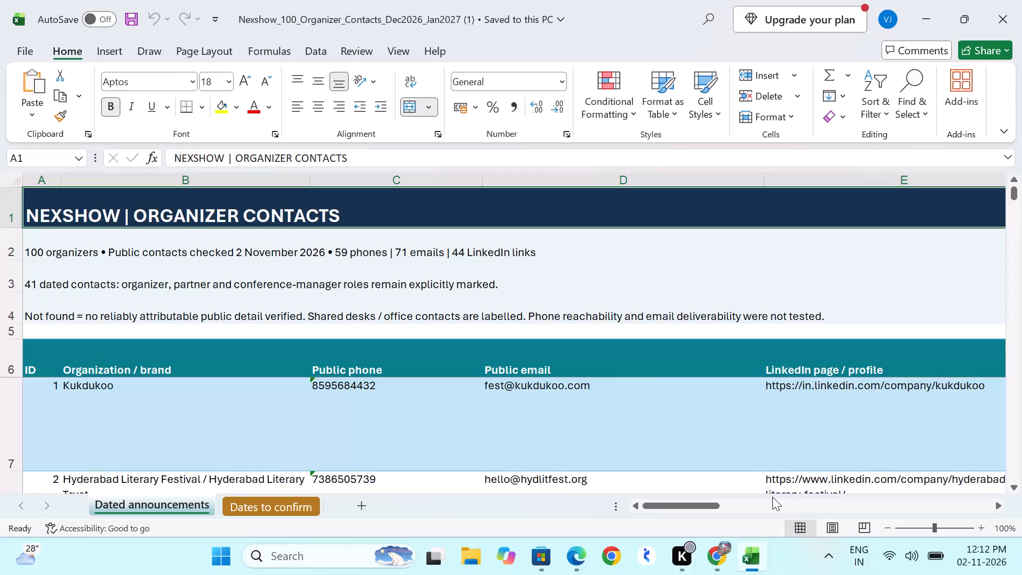
Look through the organizer contact rows on the Dated announcements sheet, below the first entries.
{"action": "scroll", "coordinate": [651, 564], "scroll_direction": "down", "scroll_amount": 1}
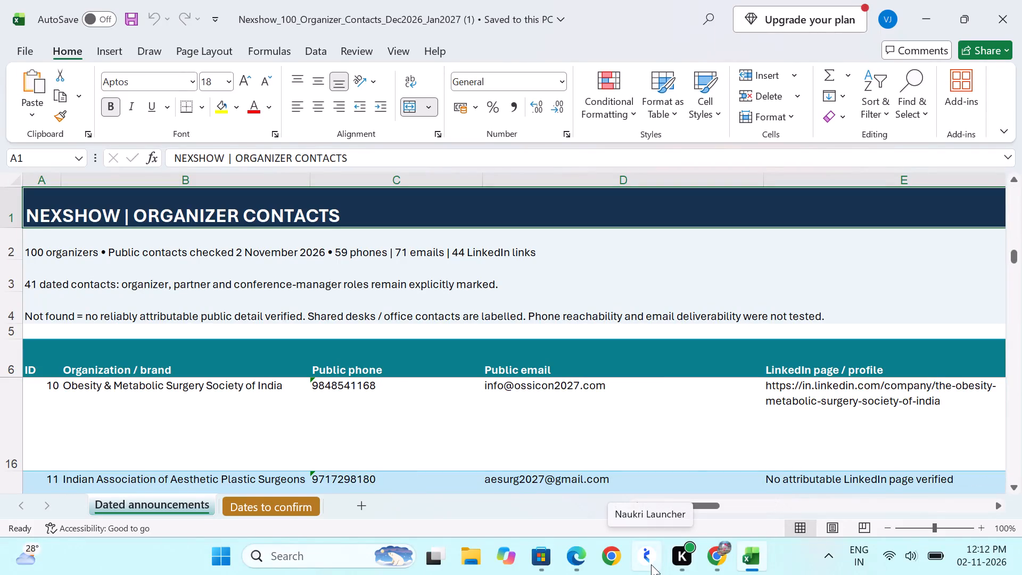
{"action": "scroll", "coordinate": [651, 564], "scroll_direction": "down", "scroll_amount": 1}
{"action": "scroll", "coordinate": [494, 407], "scroll_direction": "down", "scroll_amount": 1}
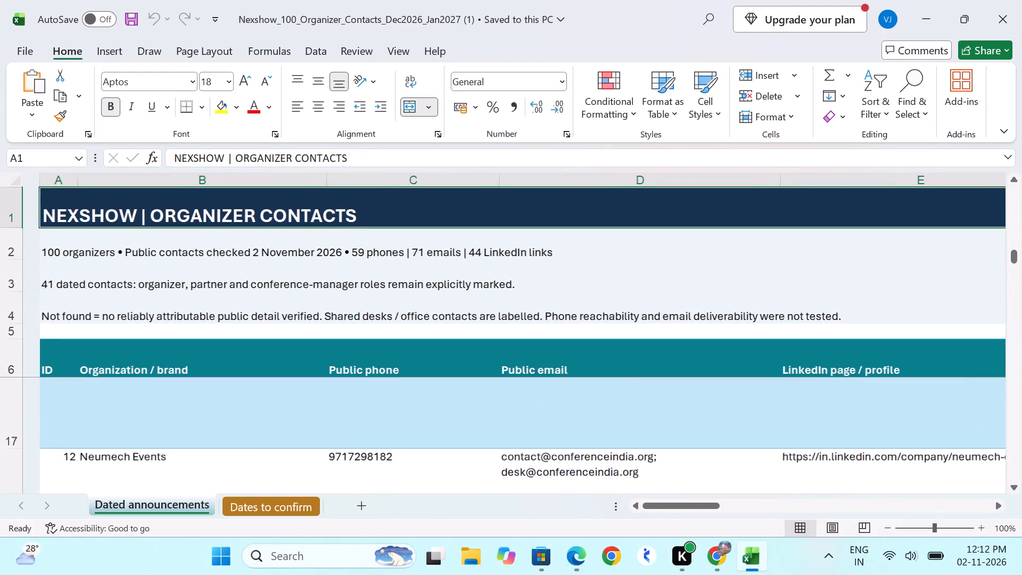
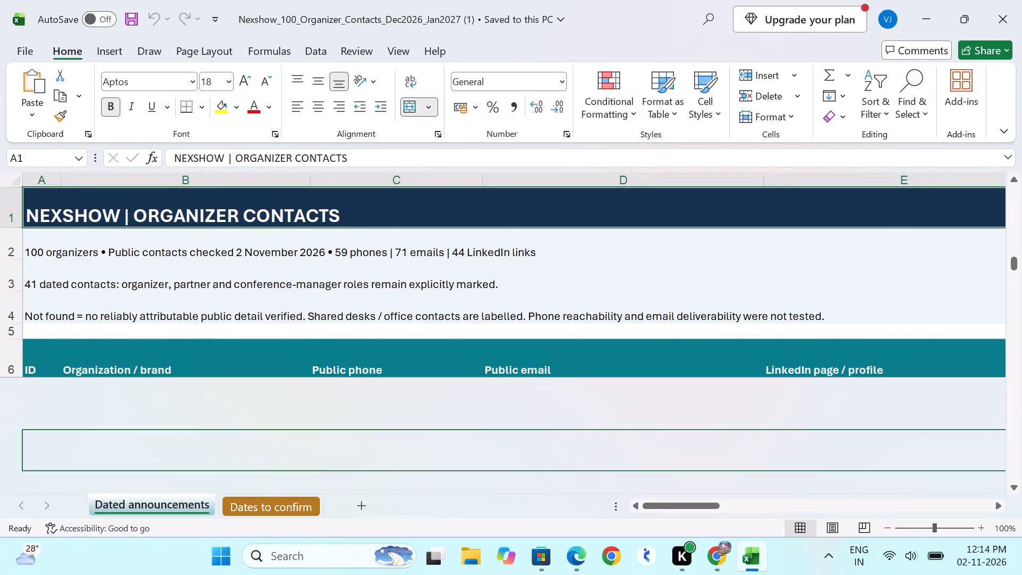
Select the public email cell of the first organizer entry, Kukdukoo, on the Dated announcements sheet.
{"action": "left_click", "coordinate": [520, 407]}
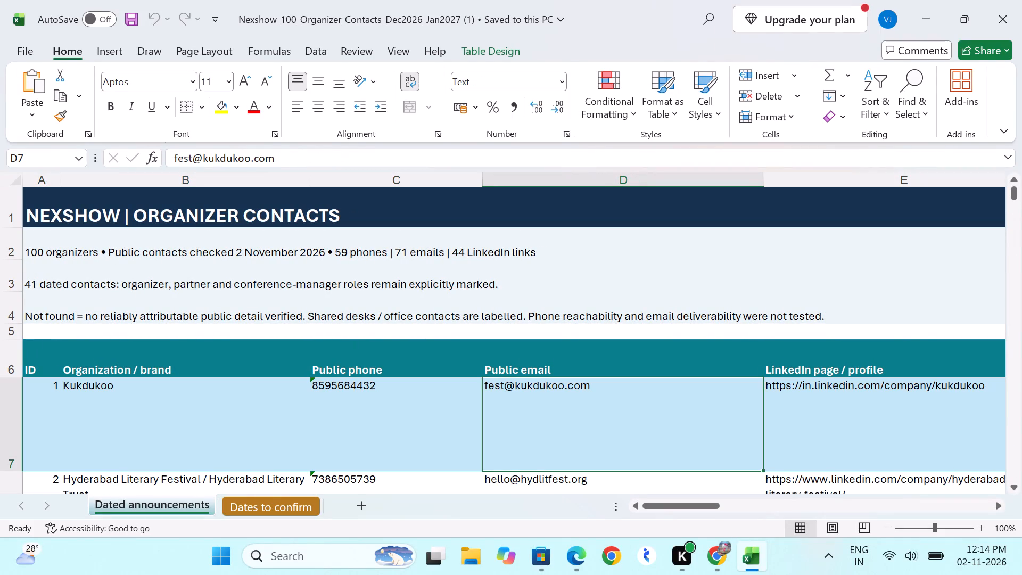
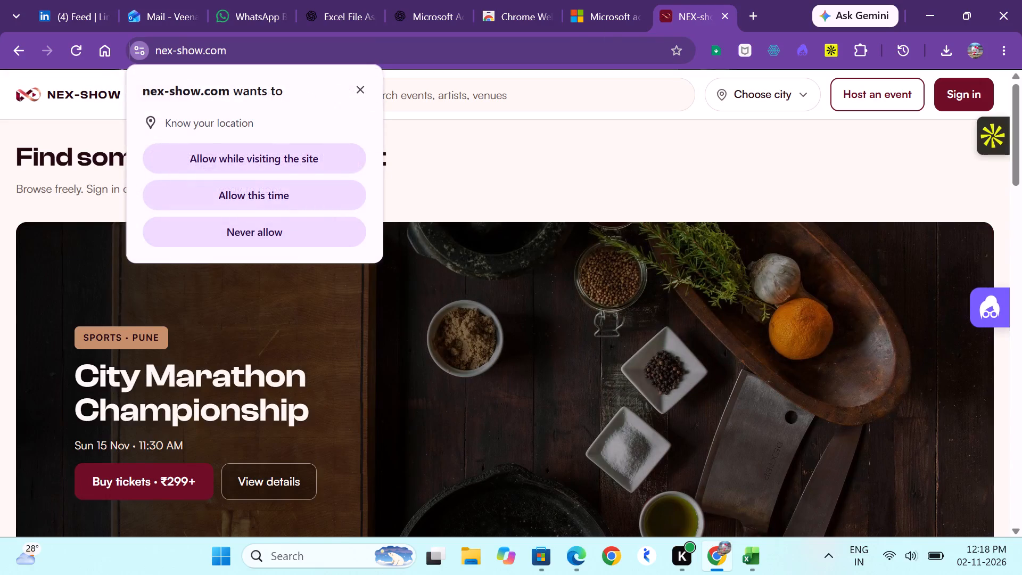
Dismiss the nex-show.com location access request in Chrome without granting or denying permission.
{"action": "left_click", "coordinate": [360, 73]}
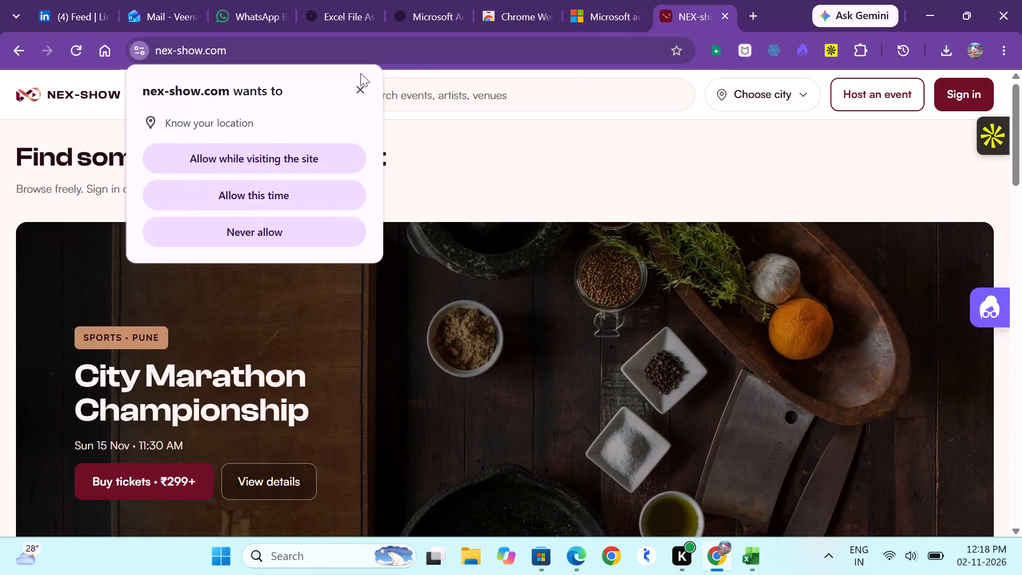
{"action": "left_click", "coordinate": [361, 85]}
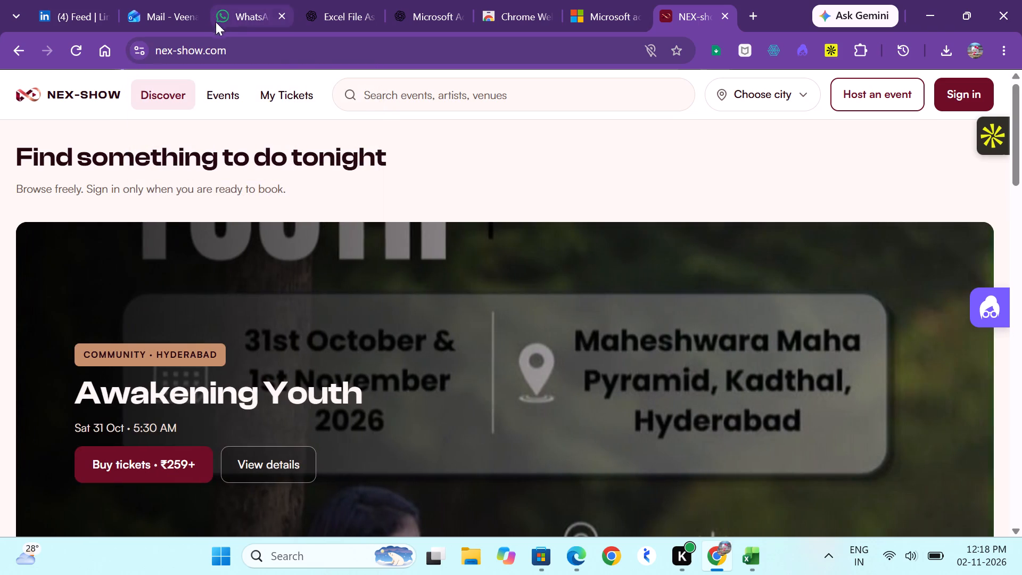
Select the full nex-show.com web address of the open page.
{"action": "left_click_drag", "start_coordinate": [245, 48], "coordinate": [158, 64]}
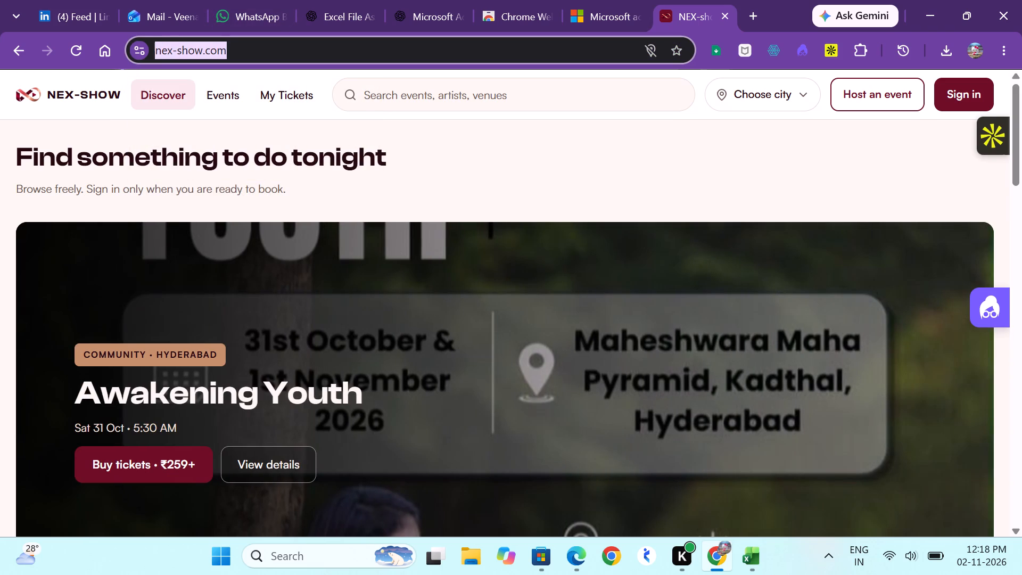
{"action": "left_click_drag", "start_coordinate": [158, 64], "coordinate": [156, 64]}
Copy the selected nex-show.com web address.
{"action": "key", "text": "ctrl+c"}
{"action": "key", "text": "ctrl+c"}
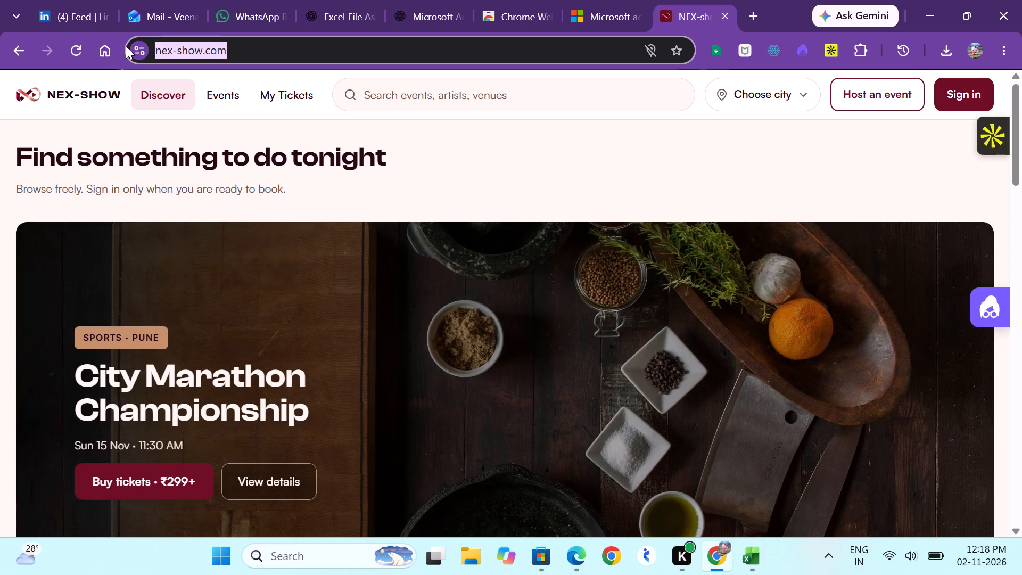
{"action": "key", "text": "ctrl+c"}
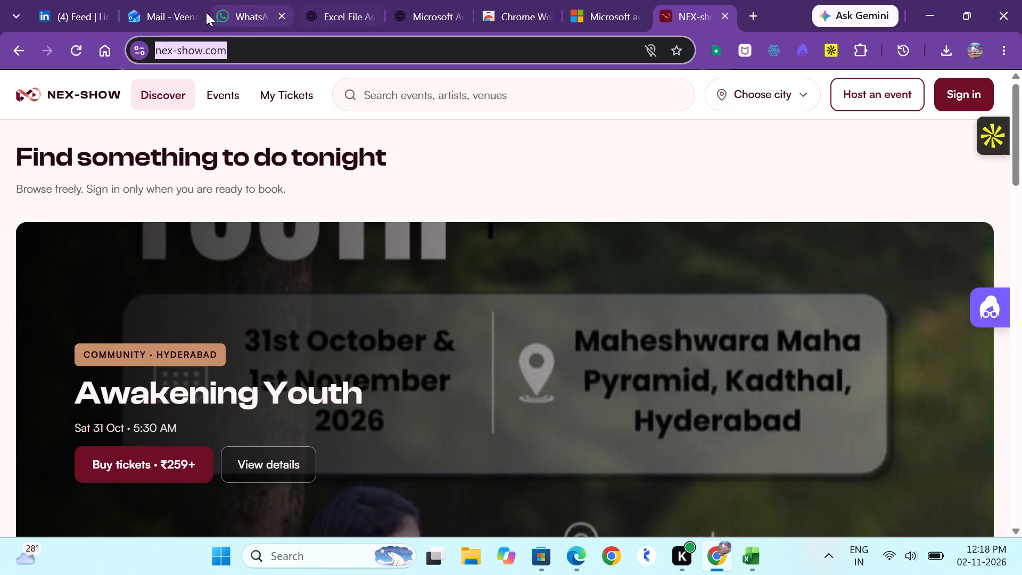
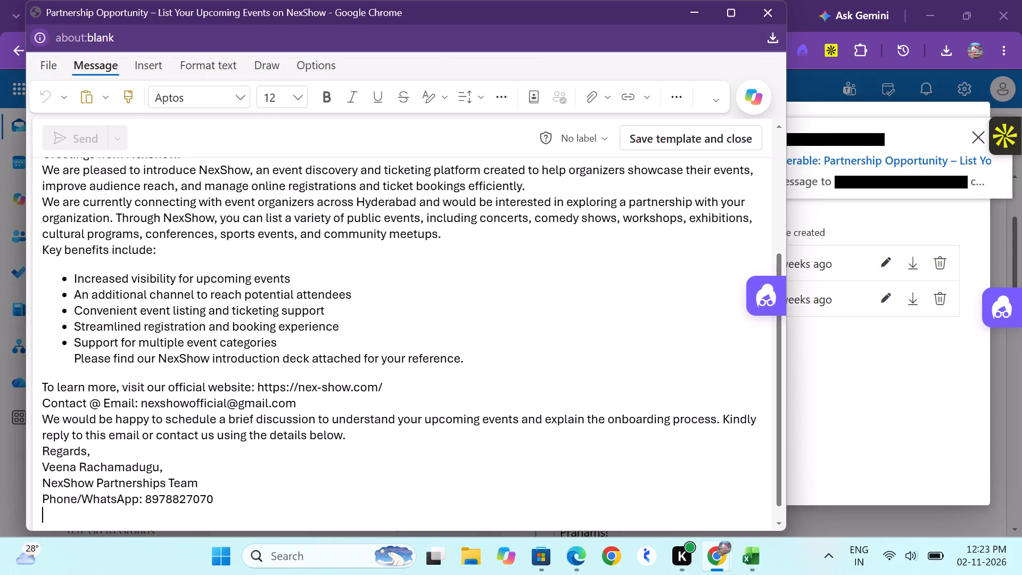
{"action": "key", "text": "Return"}
{"action": "key", "text": "ctrl+v"}
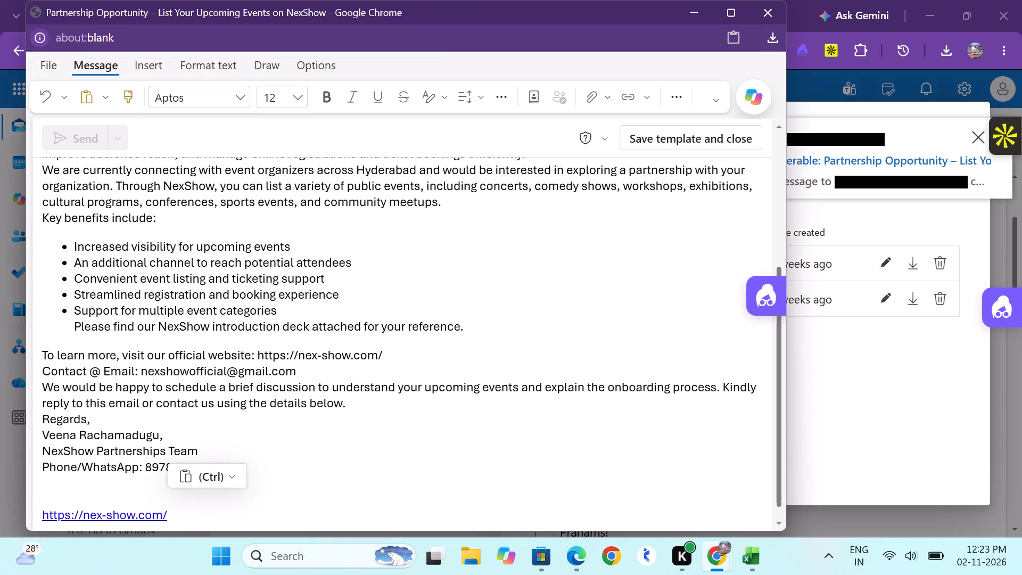
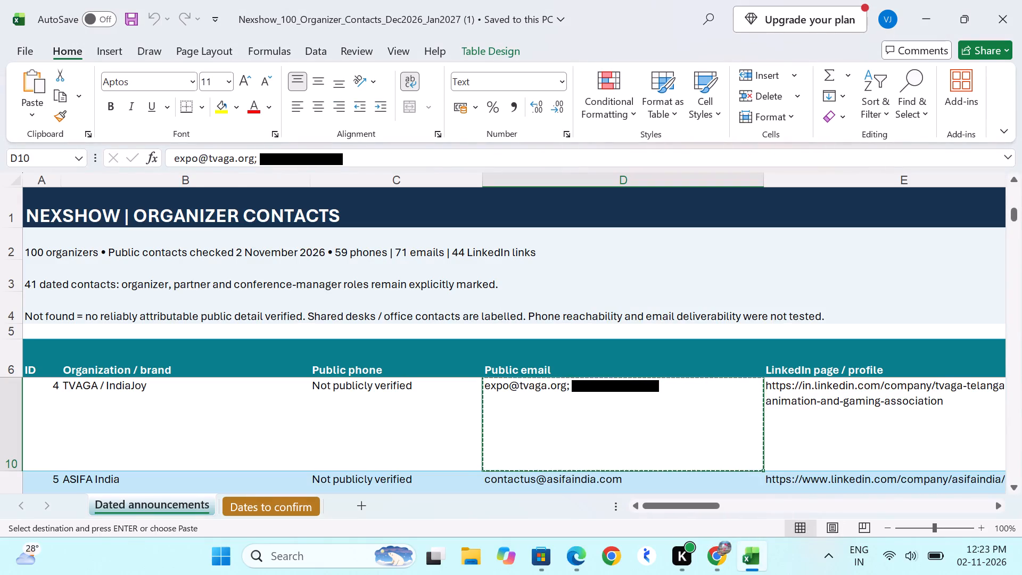
Copy the public email cell of the TVAGA / IndiaJoy entry on the Dated announcements sheet.
{"action": "key", "text": "ctrl+c"}
{"action": "key", "text": "ctrl+c"}
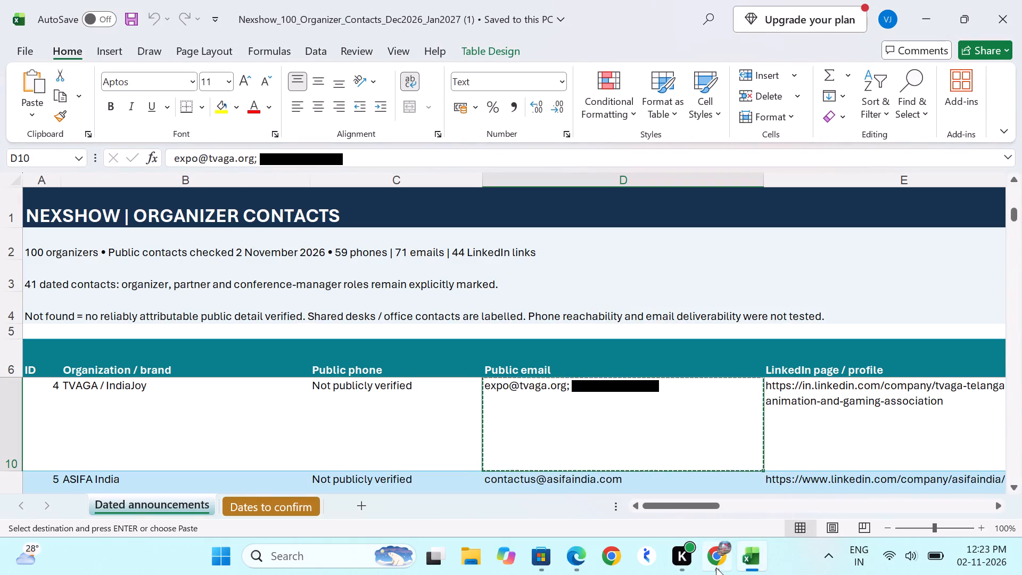